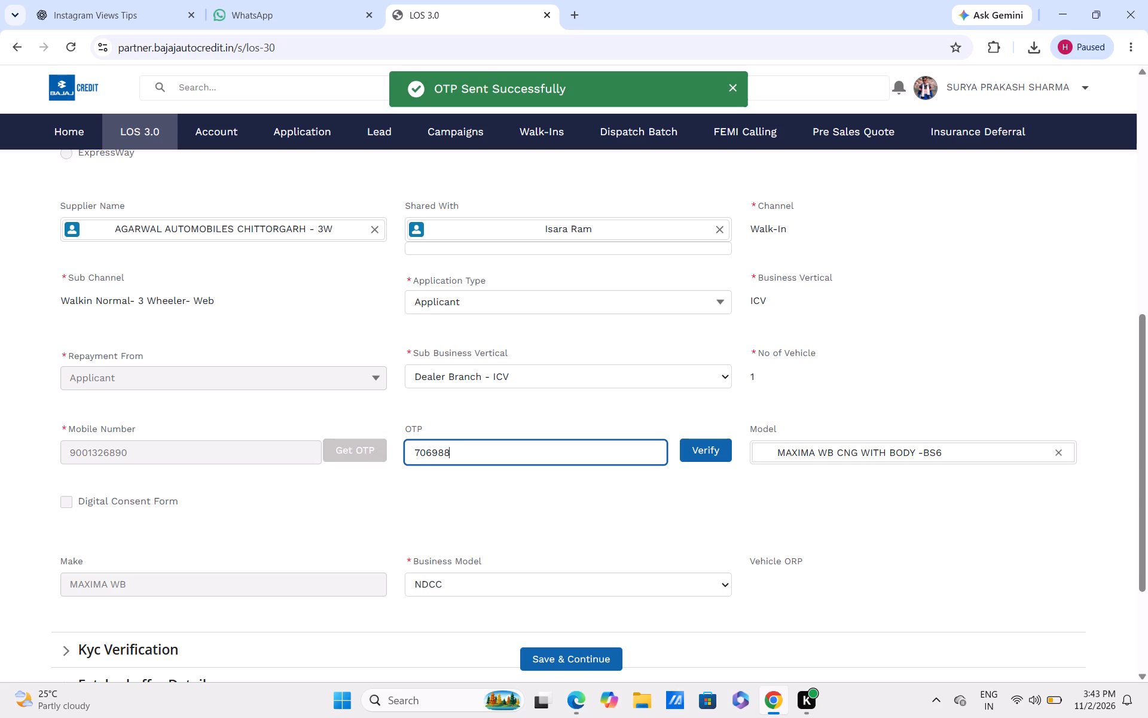
key(BackSpace)
key(BackSpace)
key(BackSpace)
key(BackSpace)
key(BackSpace)
key(BackSpace)
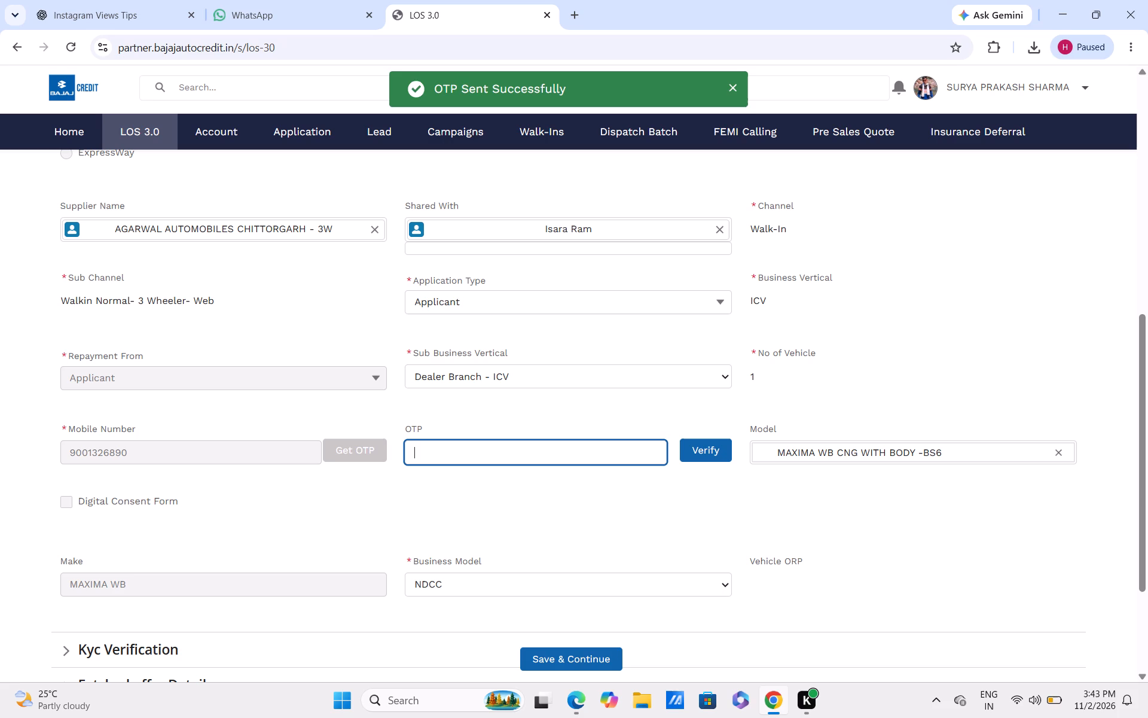
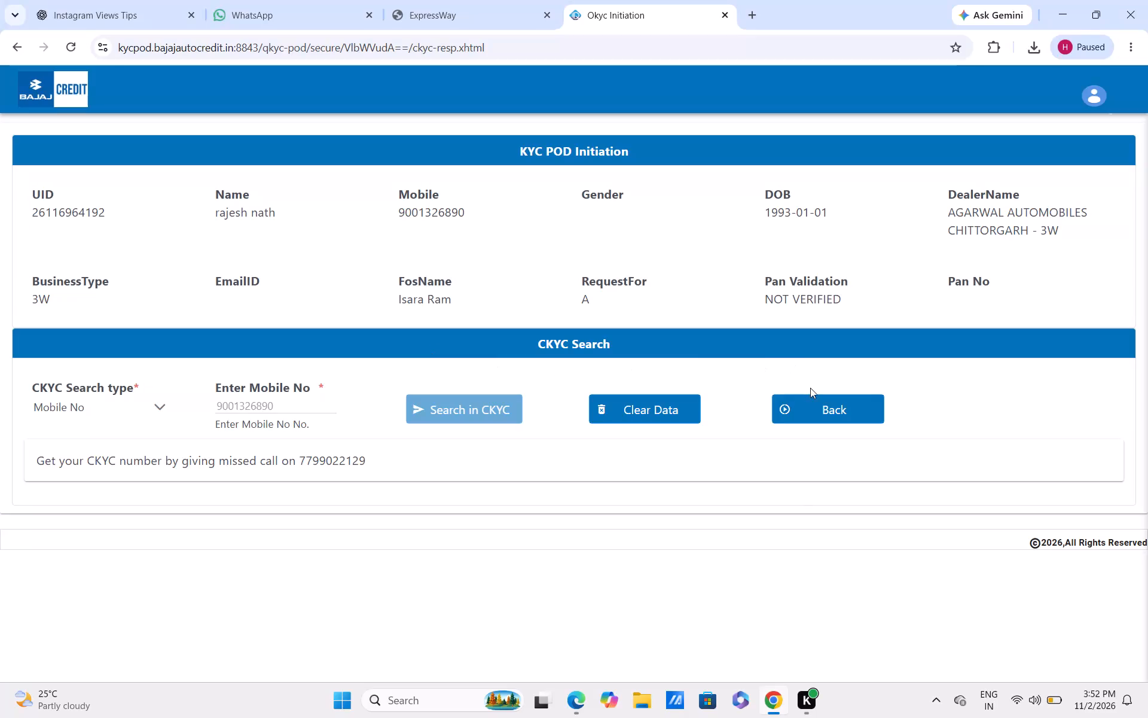
Leave the CKYC Search page without searching and return to the KYC type selection for the applicant.
click(821, 407)
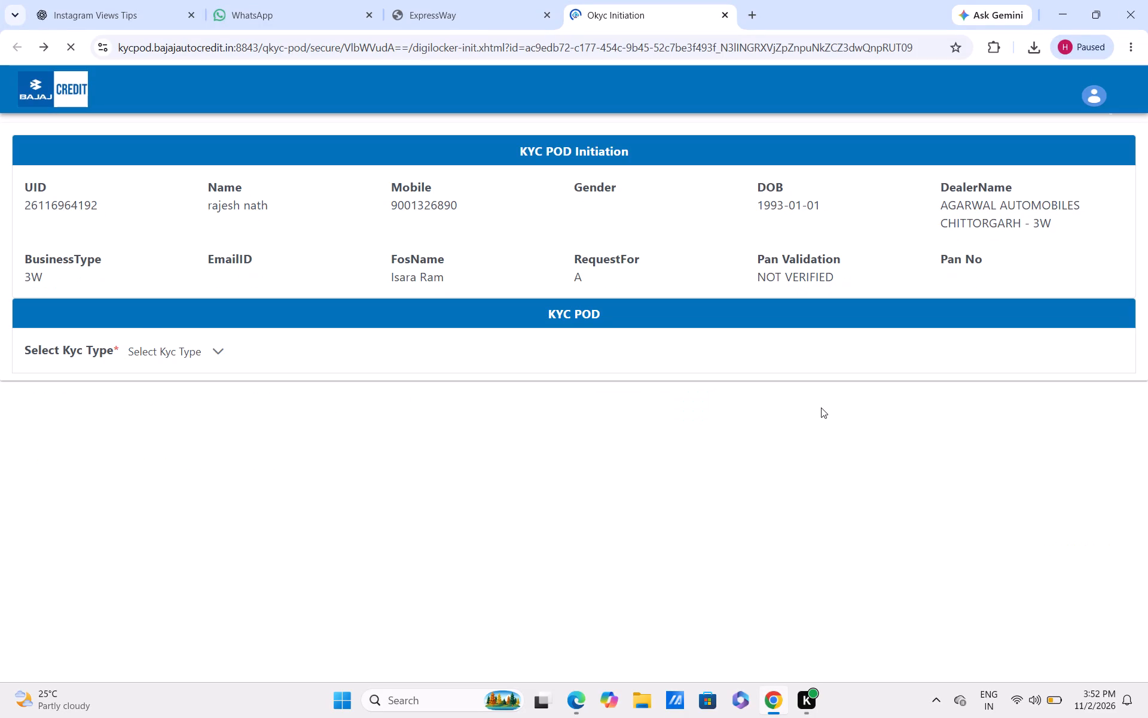